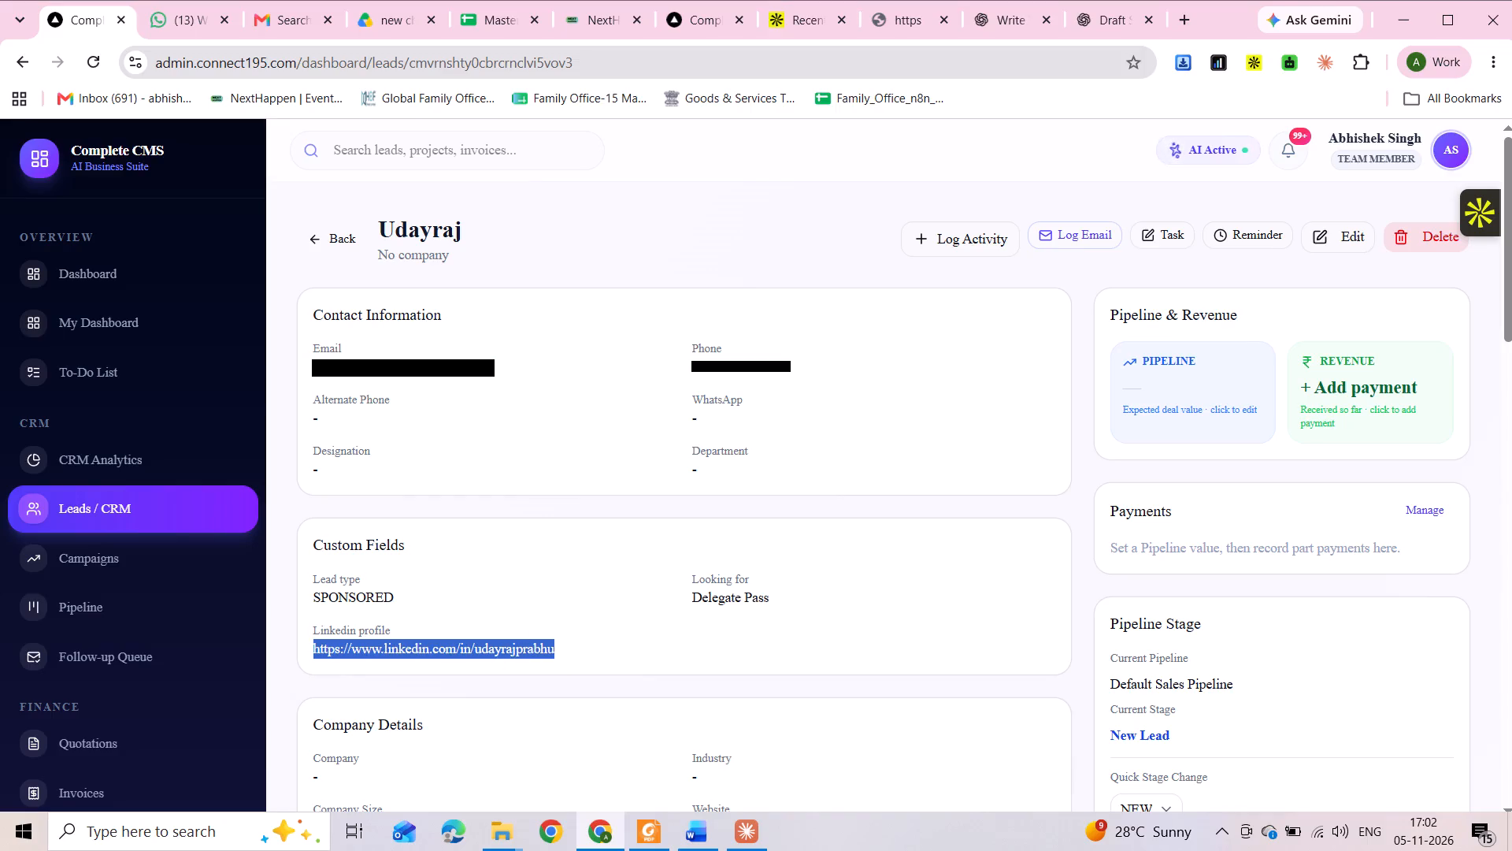
Copy the LinkedIn profile URL from the lead's custom fields and open it in the tab holding another LinkedIn profile address.
right_click(511, 652)
right_click(511, 652)
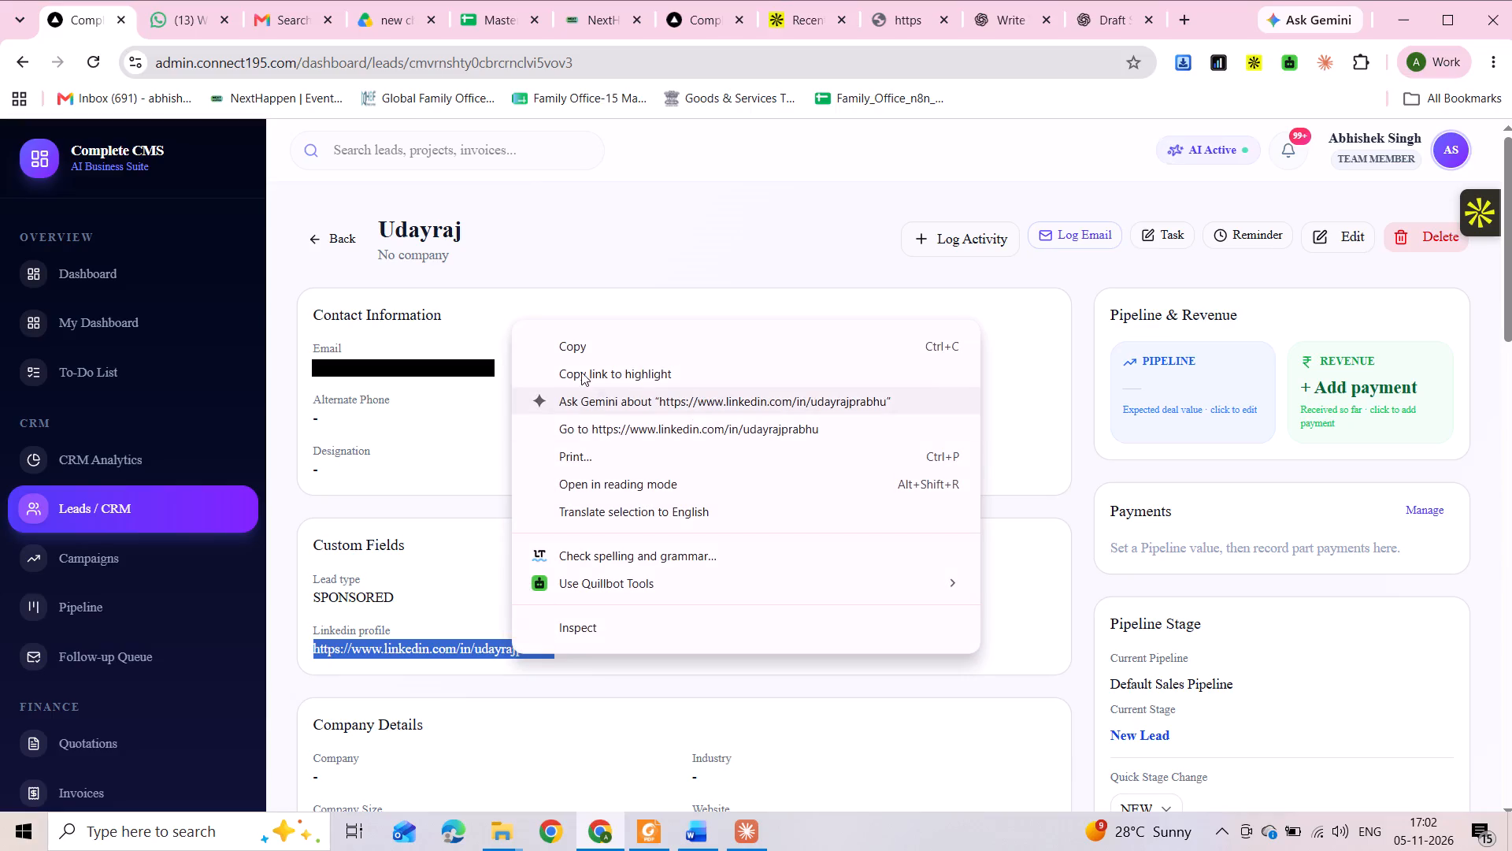
click(577, 351)
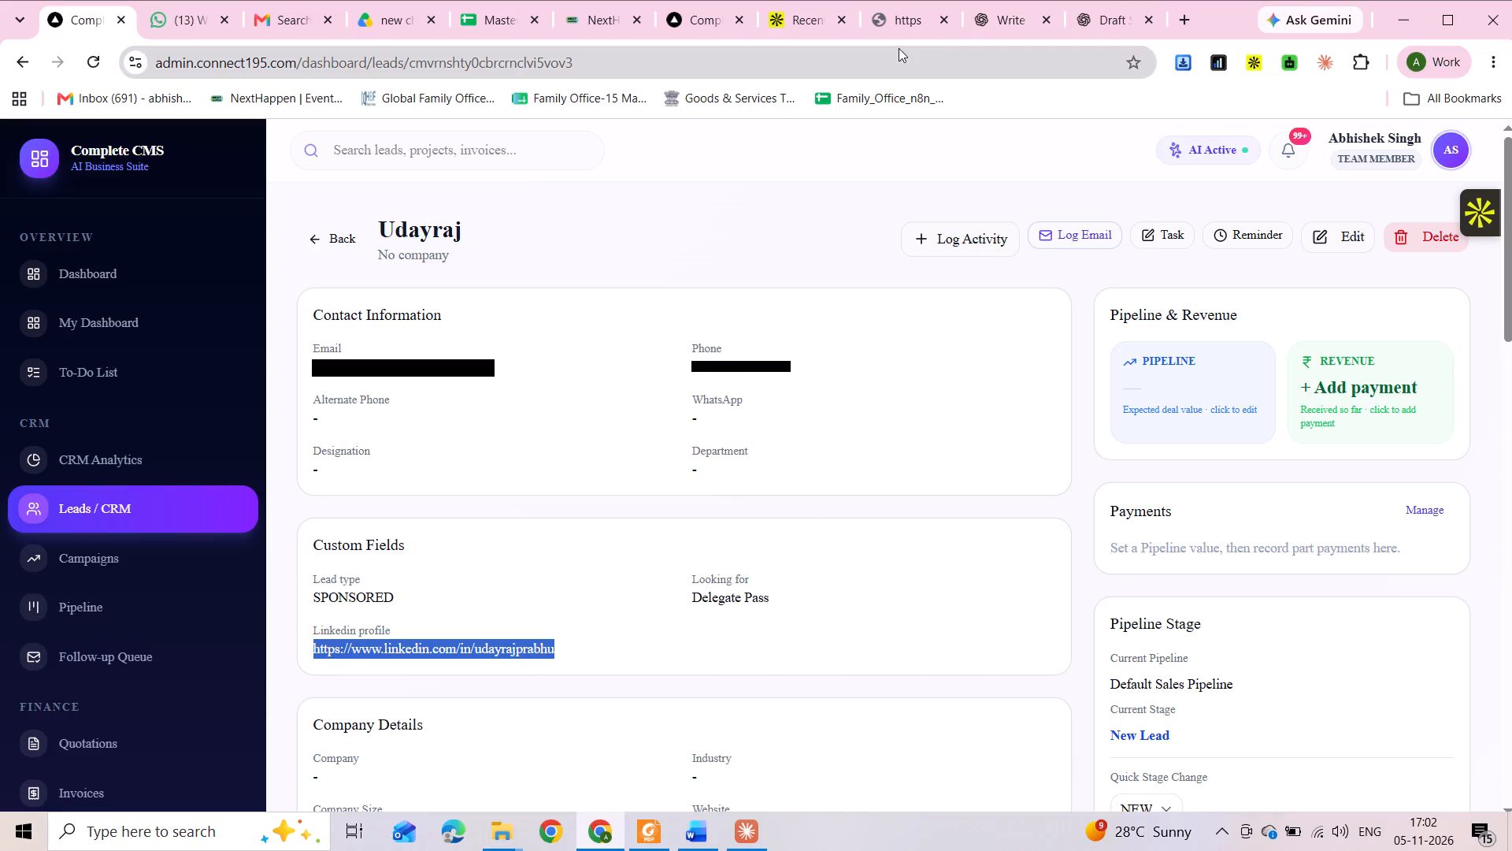
click(897, 22)
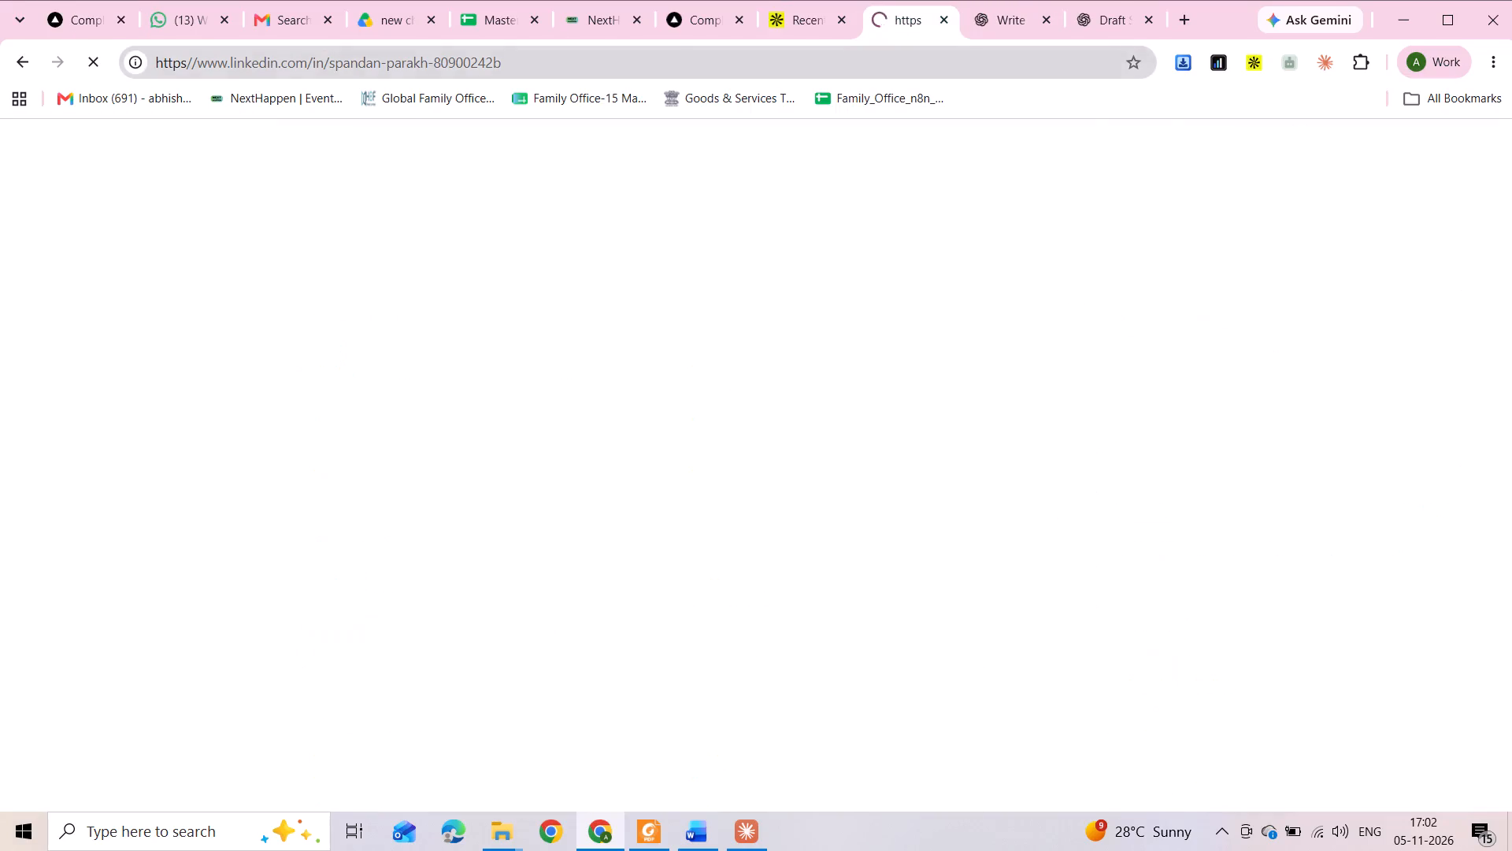
double_click(547, 72)
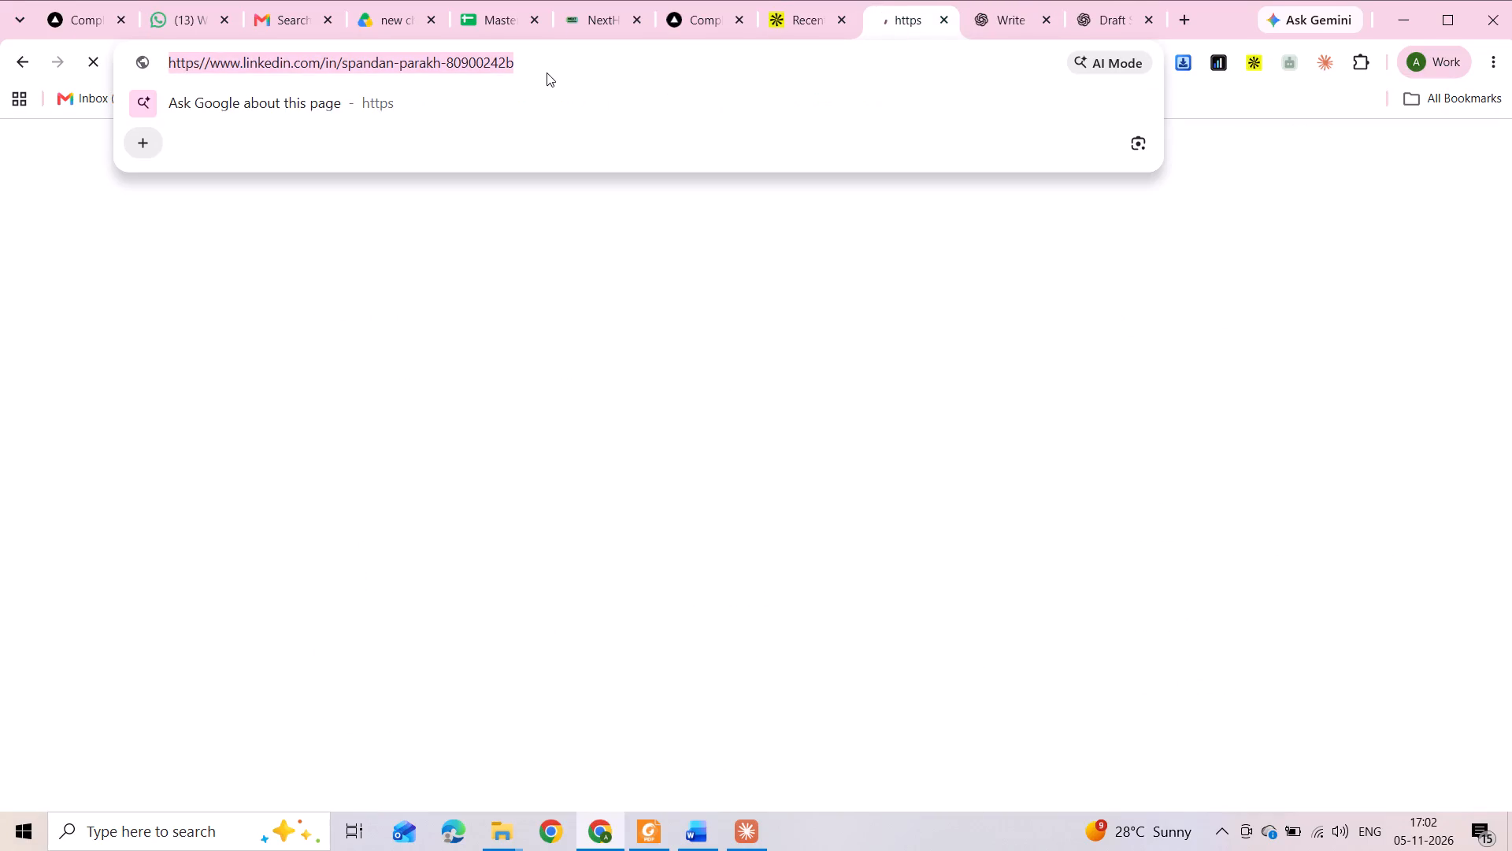
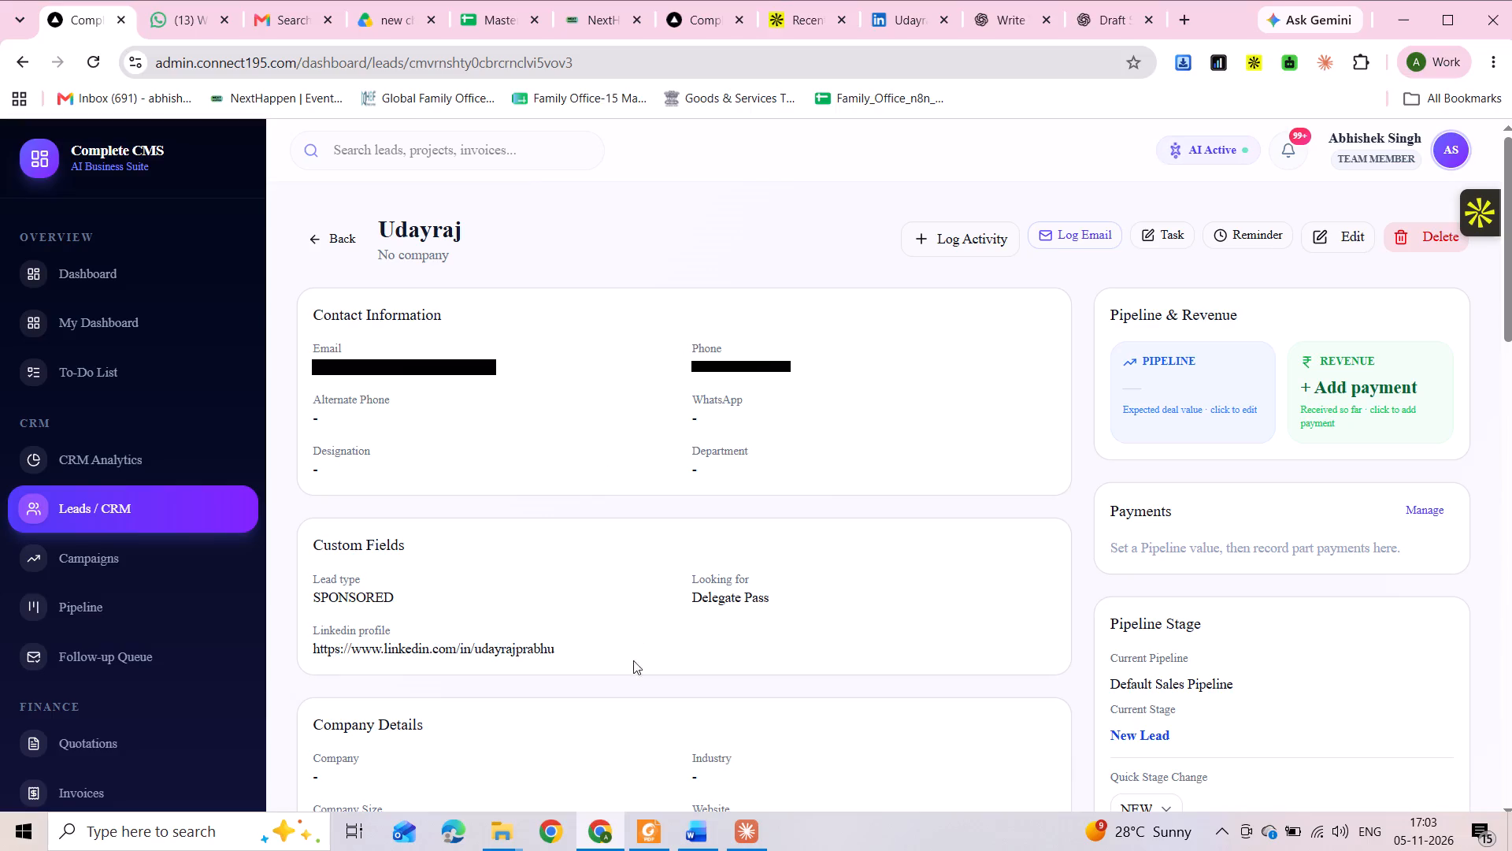
scroll(901, 631, down, 2)
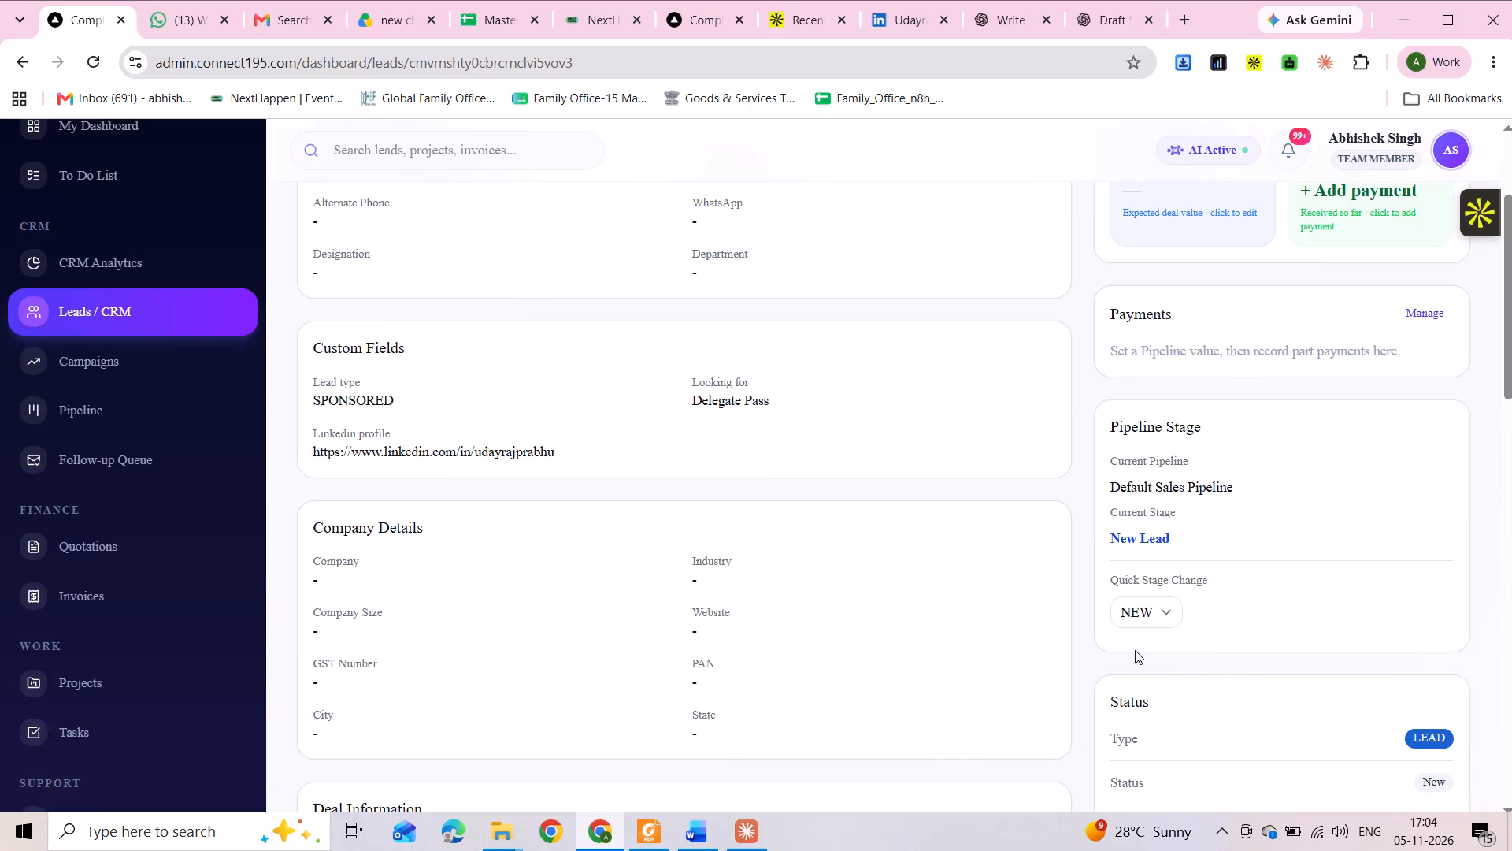
double_click(1149, 607)
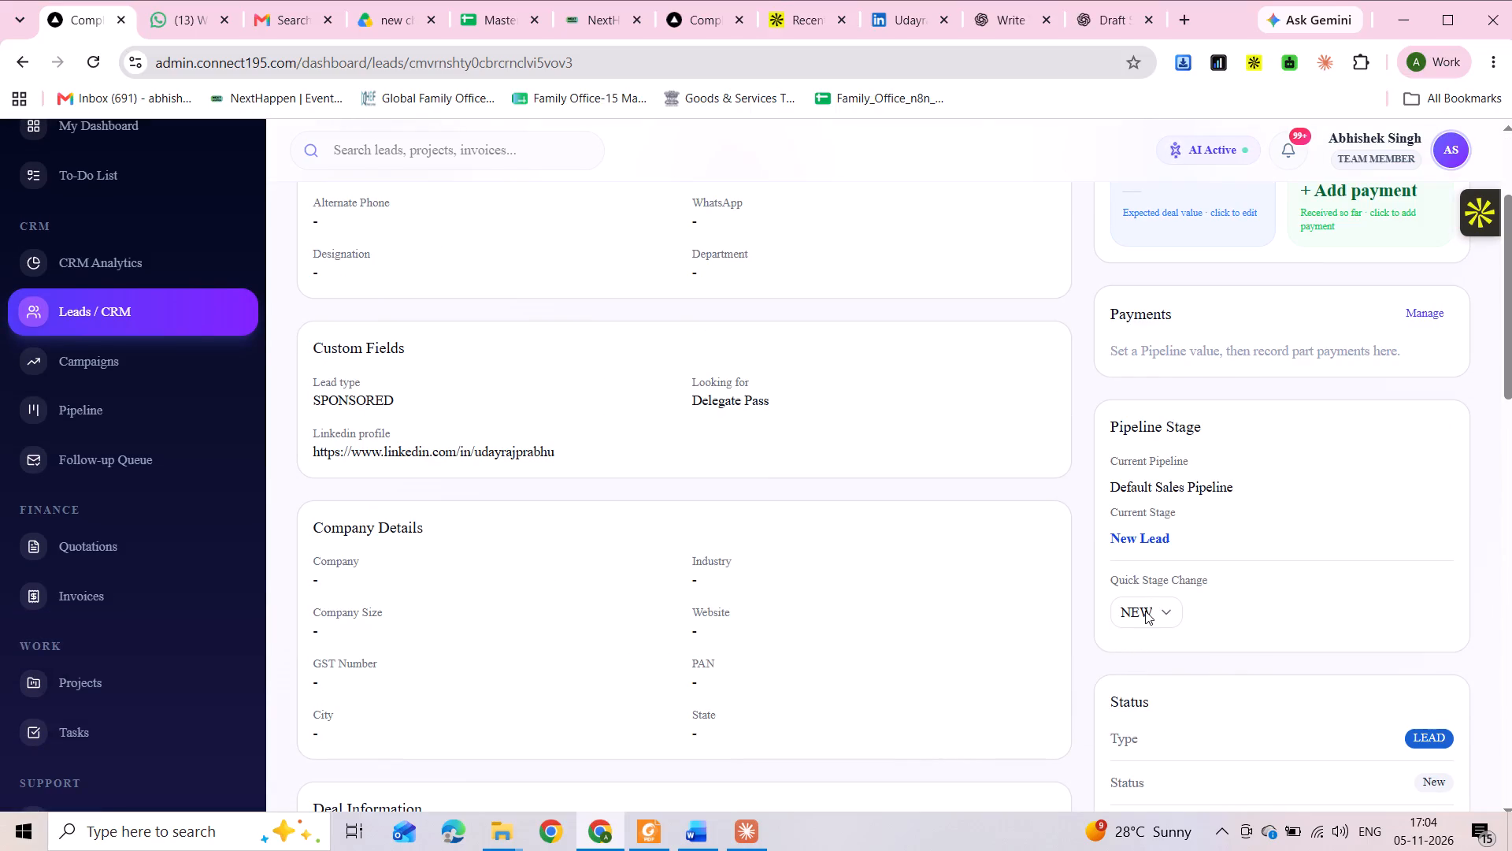
click(1144, 611)
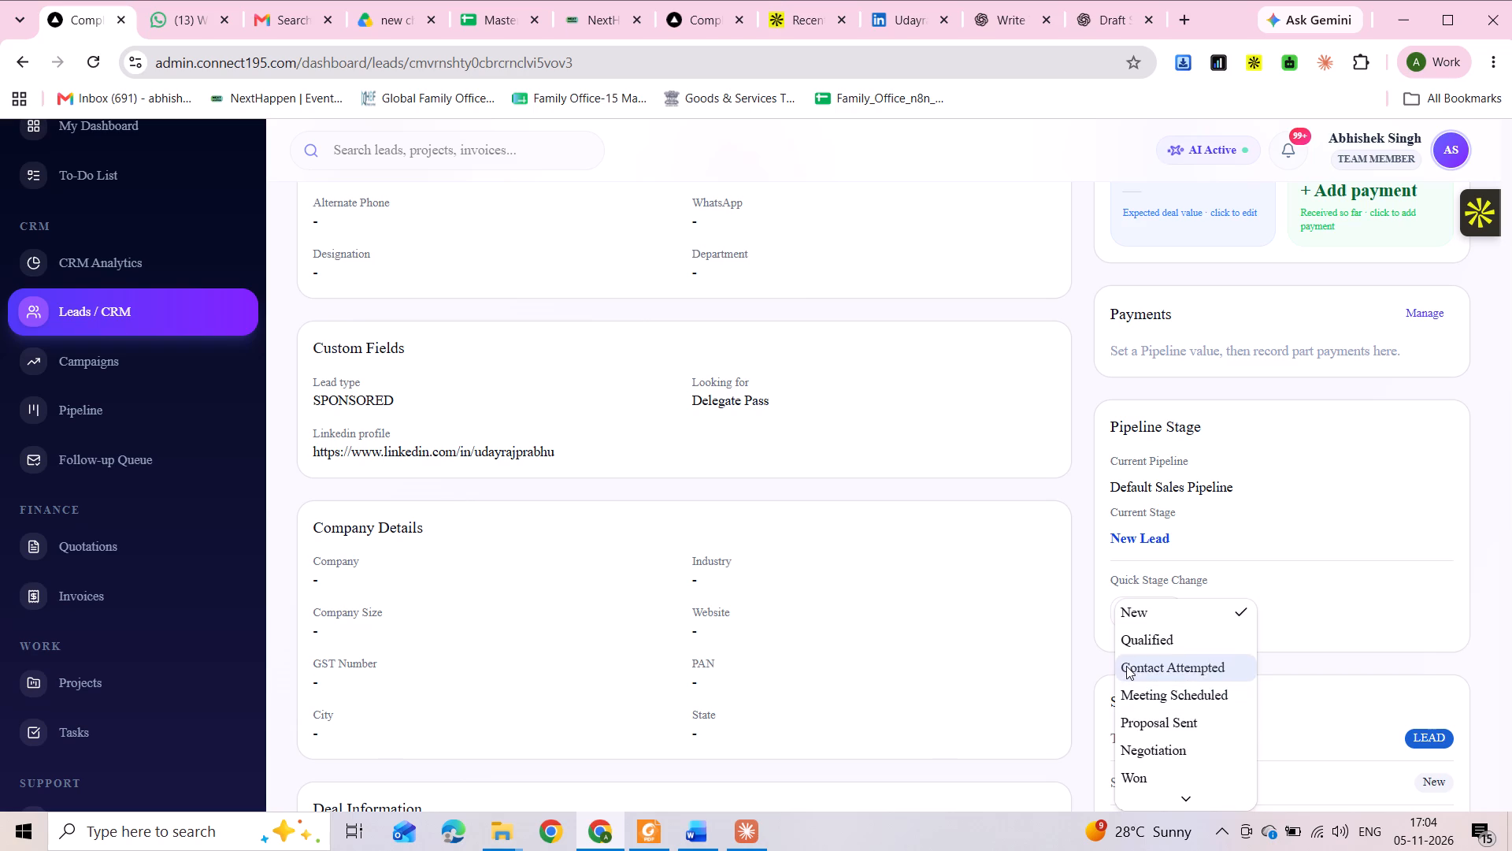
Set the lead's pipeline stage to Contact Attempted.
click(1126, 666)
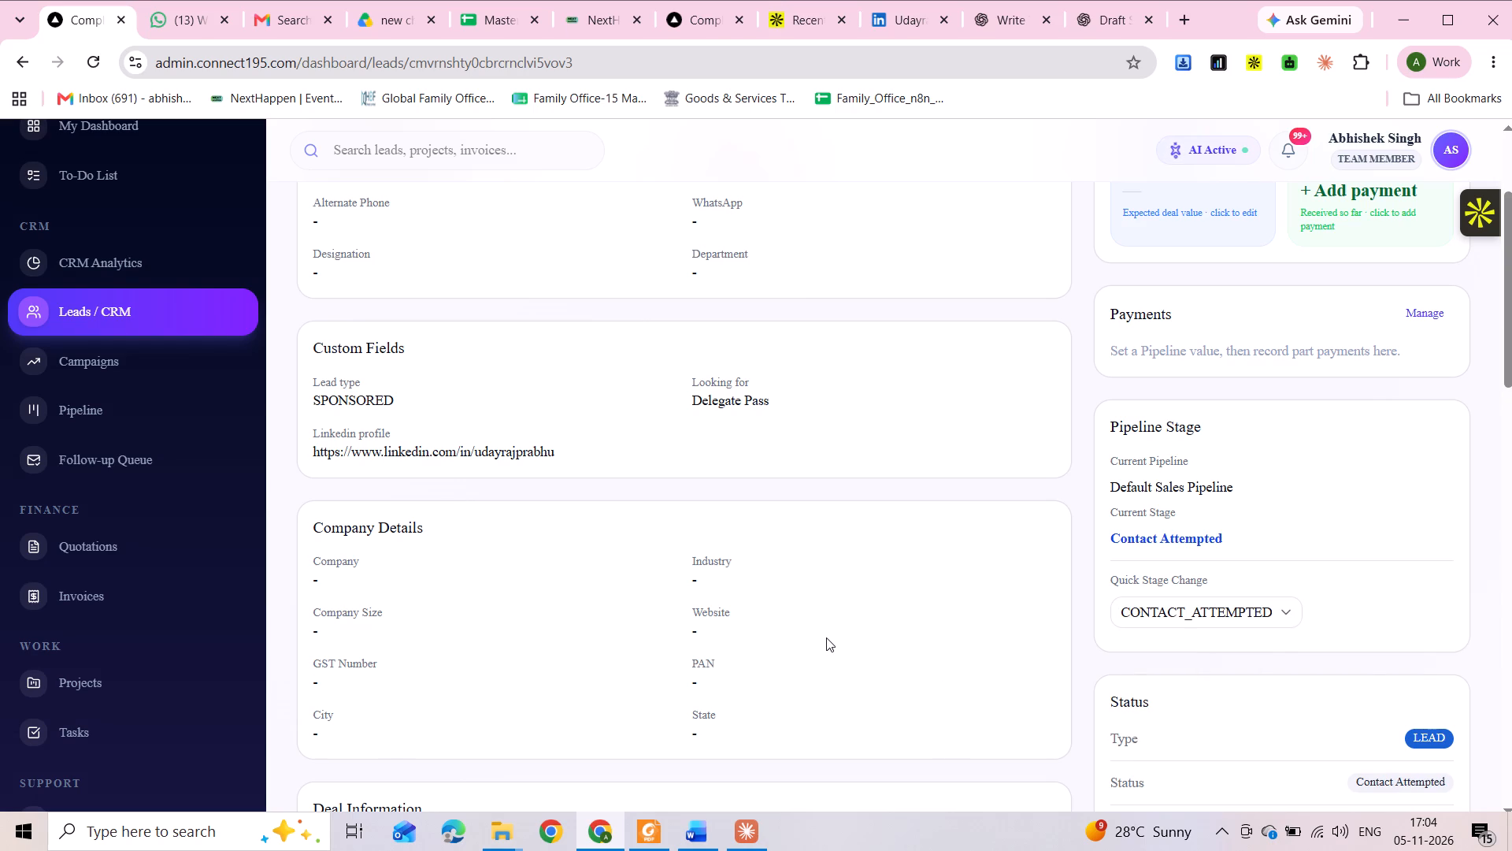
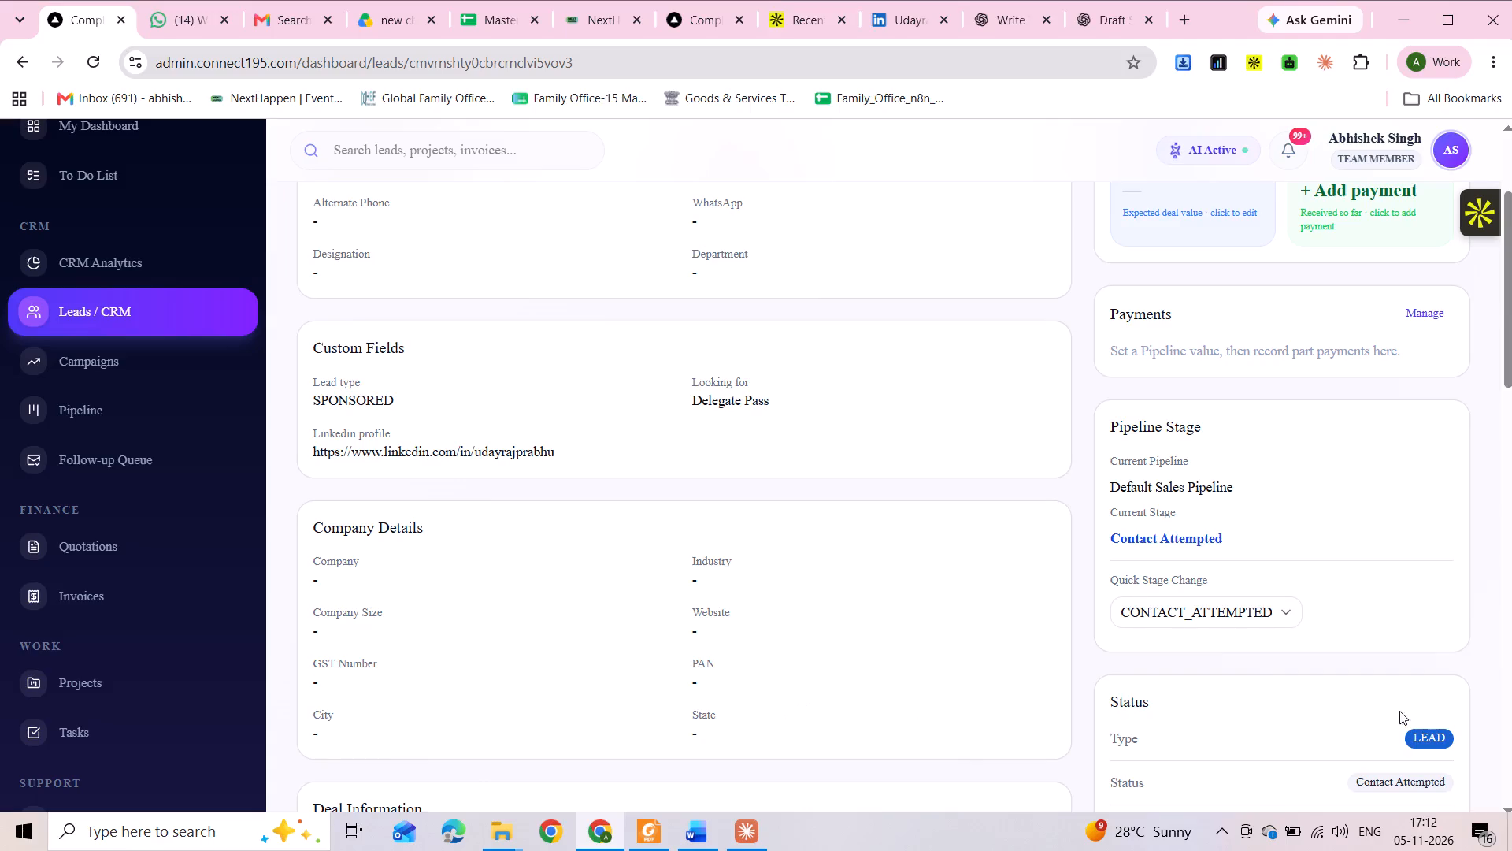
Return from the current lead to the campaign's list of NEW leads and open the record for Ashish.
scroll(1099, 812, up, 4)
scroll(472, 850, up, 4)
scroll(1379, 737, down, 3)
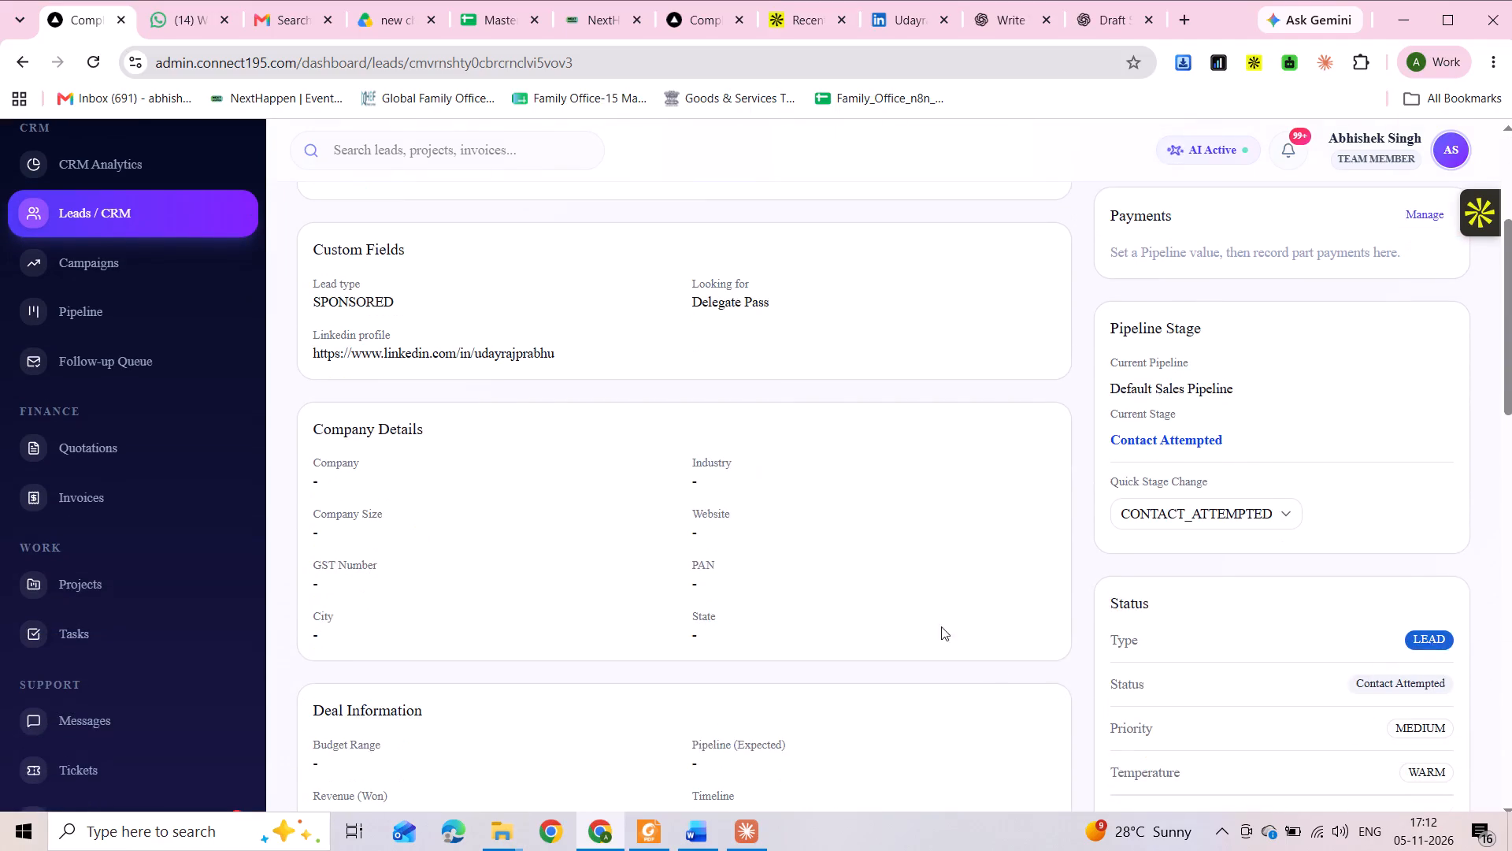
scroll(288, 486, up, 4)
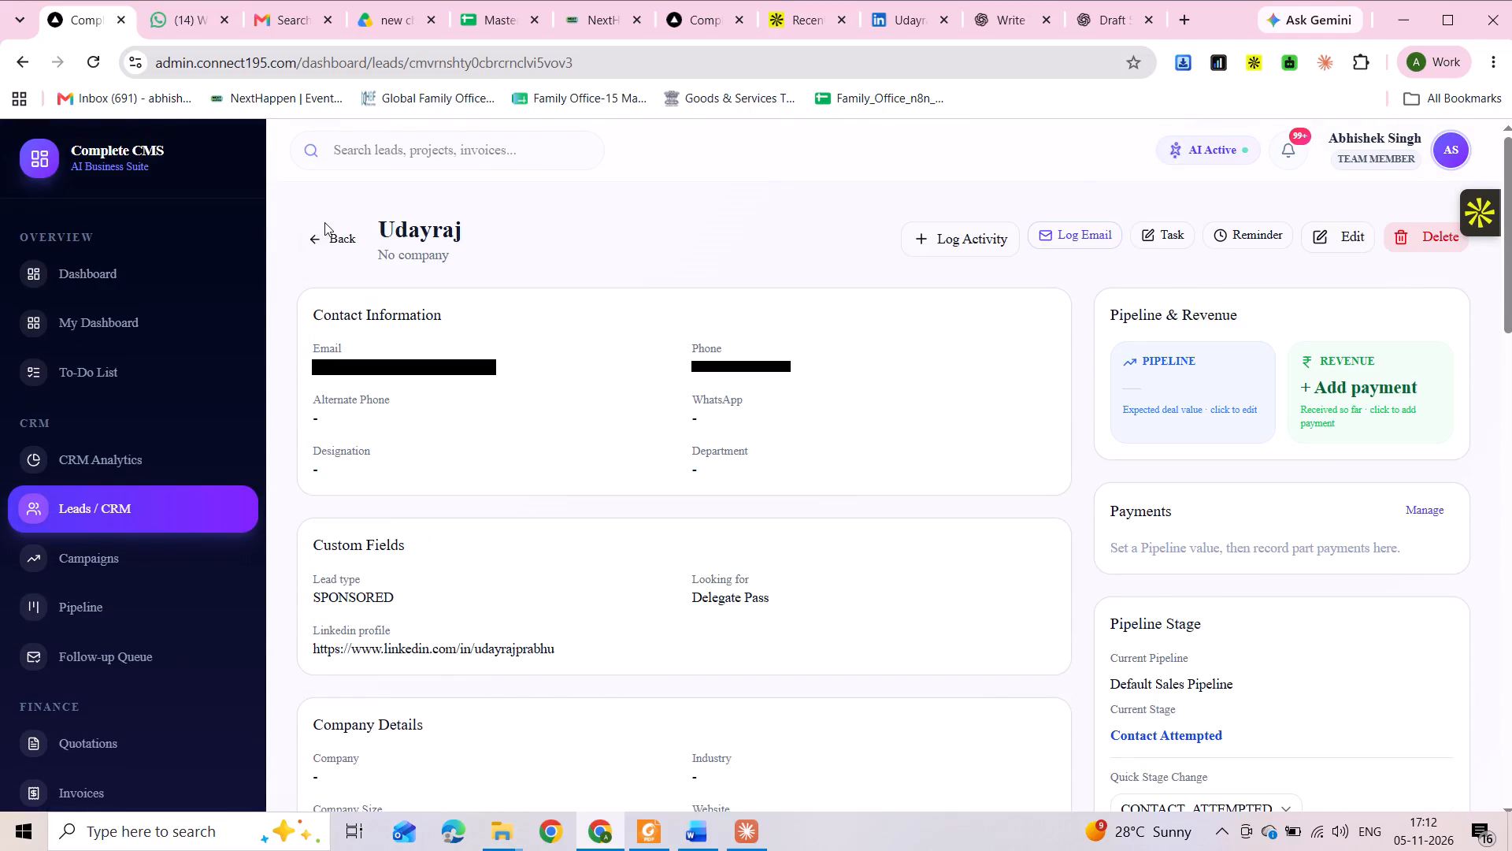
click(315, 239)
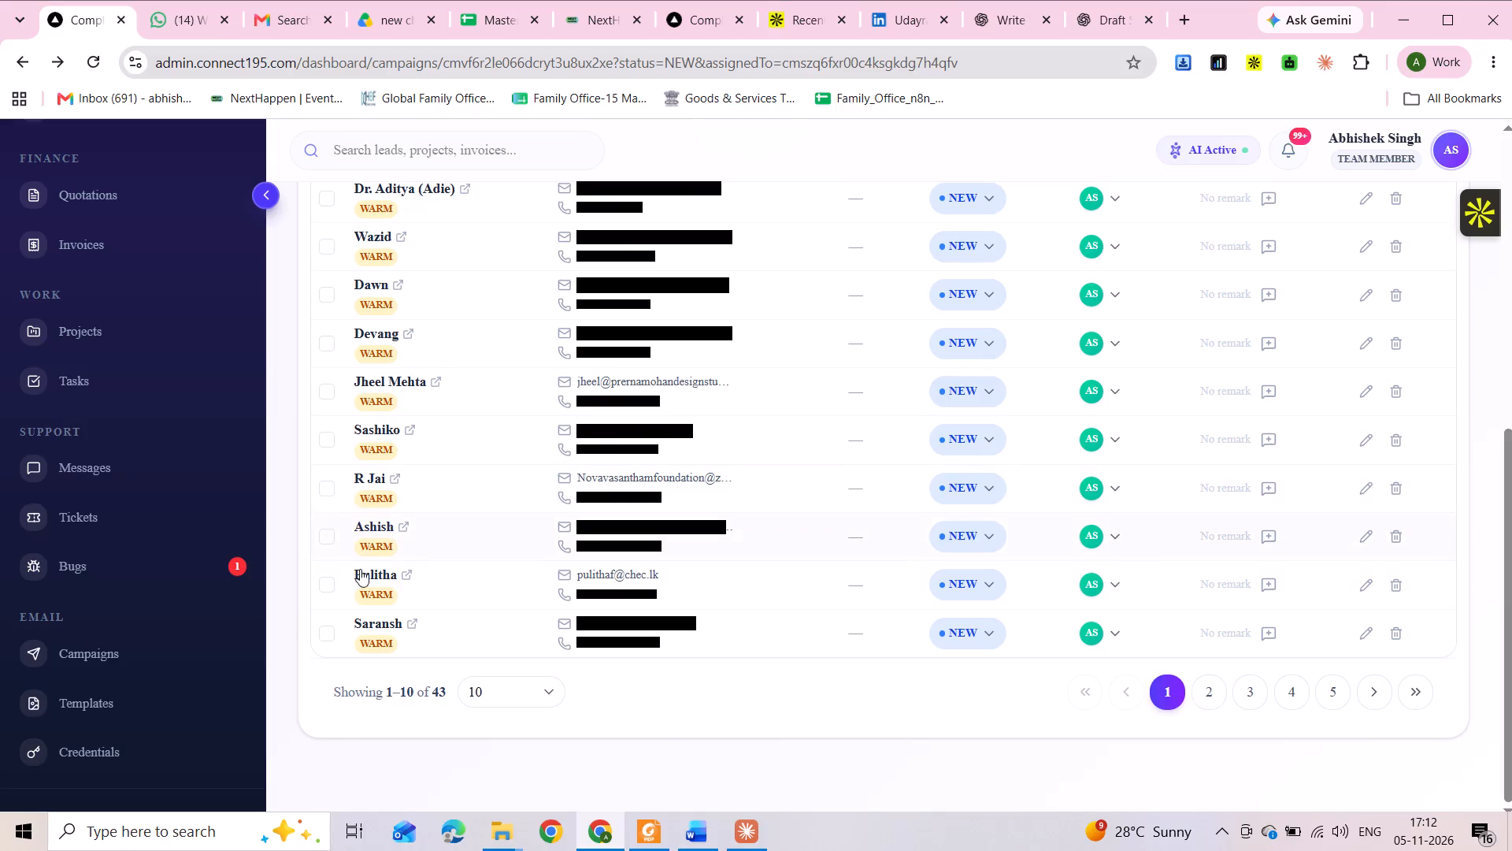
double_click(375, 525)
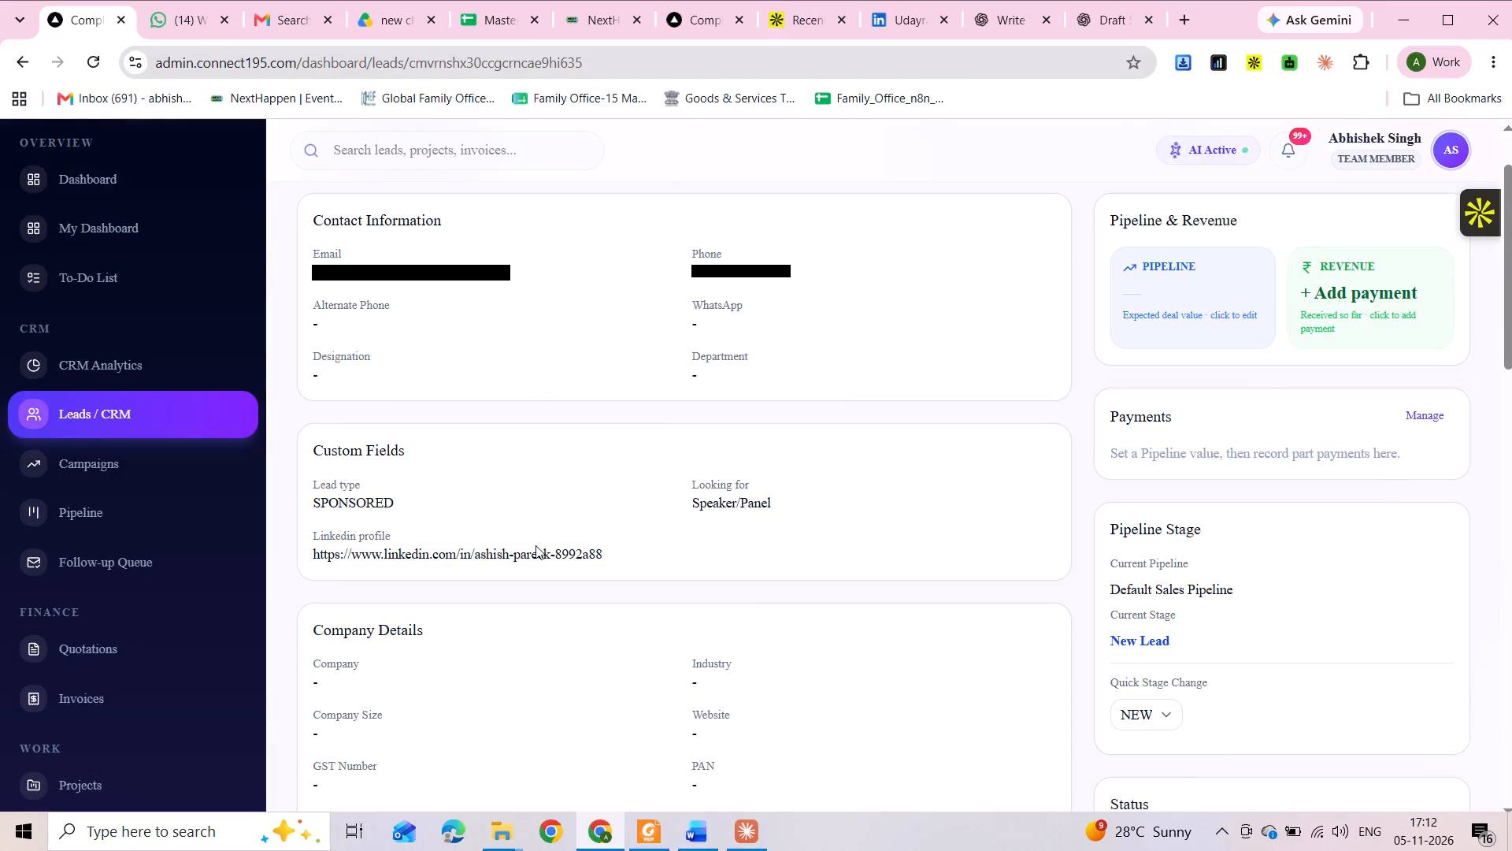
Copy the lead's full email address from the Contact Information section of the open record.
click(561, 457)
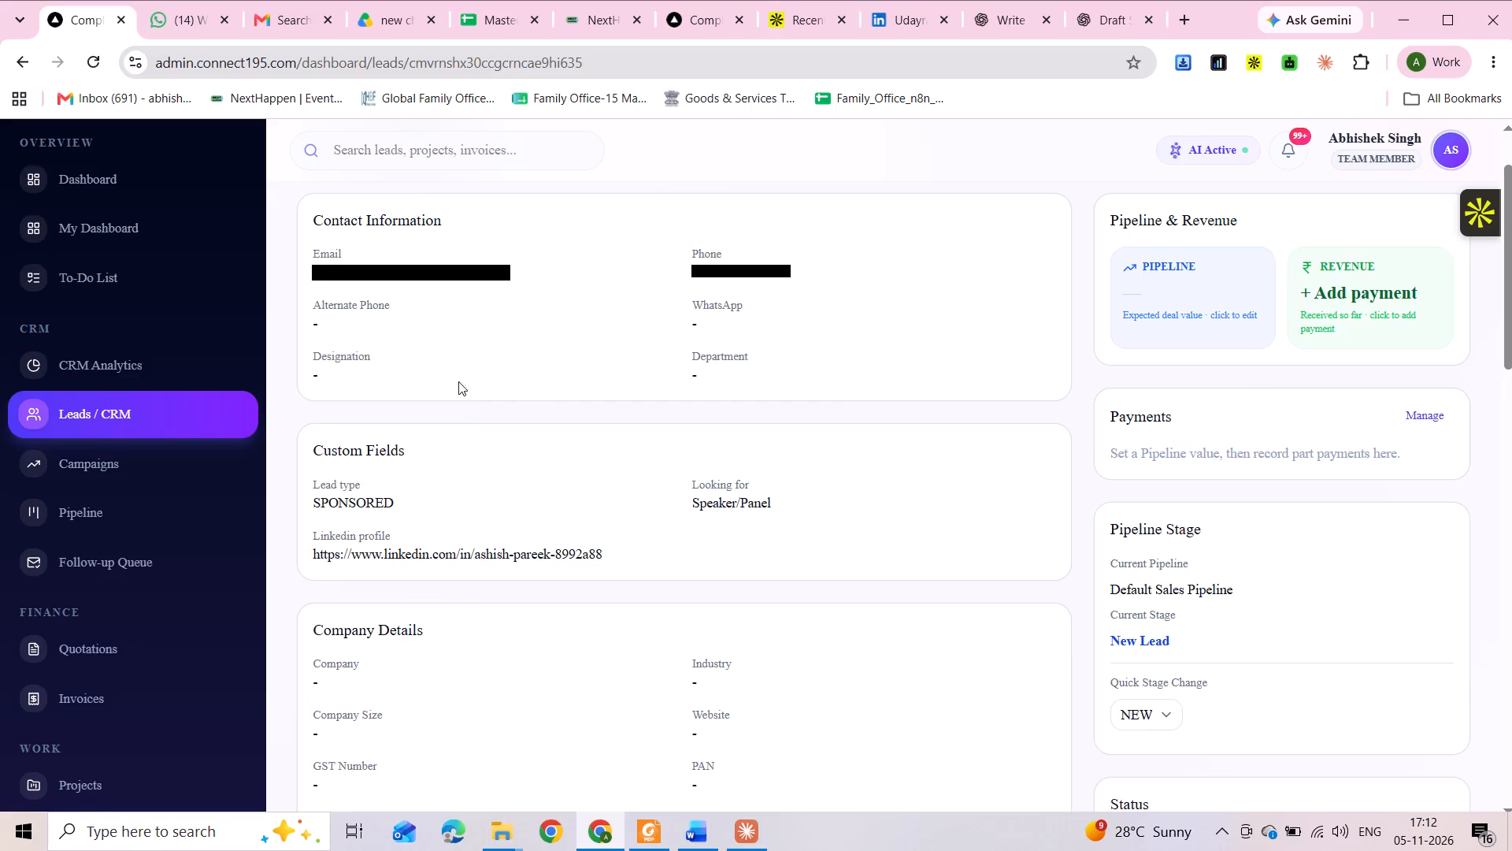
click(516, 269)
drag(513, 269, 500, 269)
drag(484, 271, 332, 294)
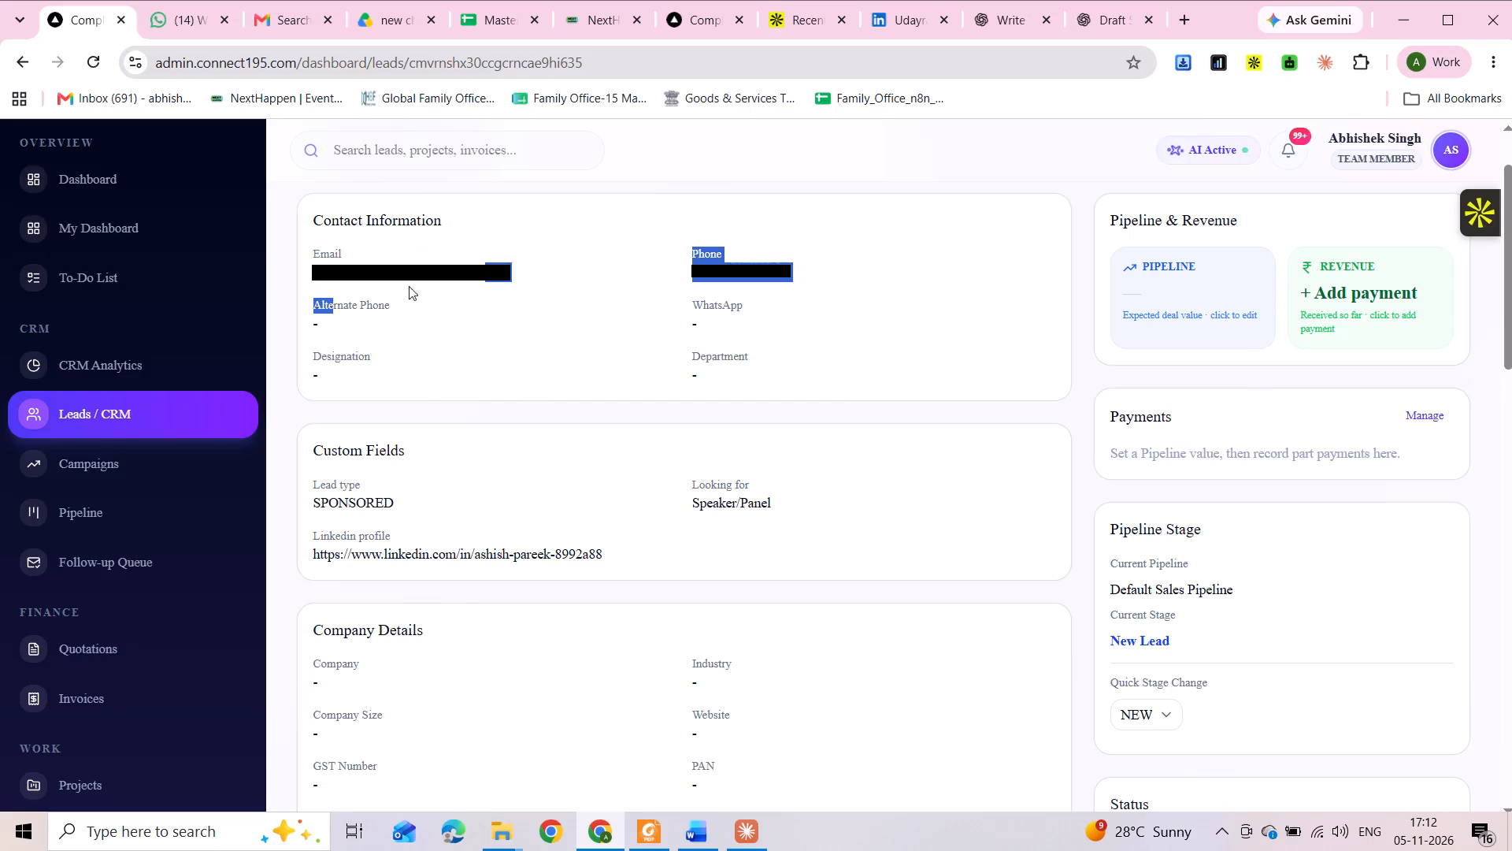
click(487, 292)
click(512, 271)
drag(506, 270, 341, 277)
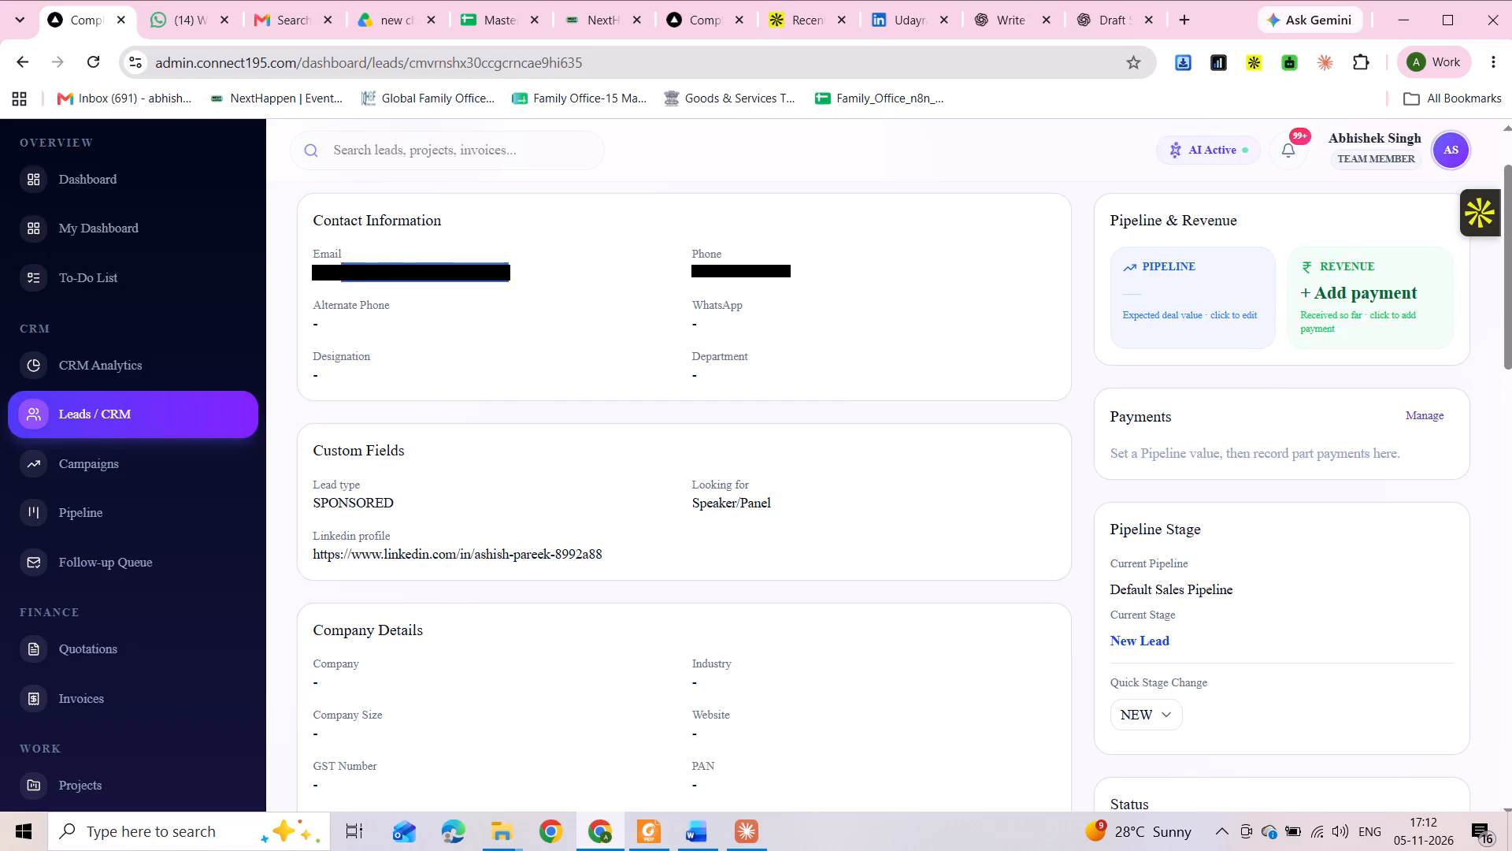
drag(341, 277, 308, 283)
right_click(374, 269)
right_click(375, 269)
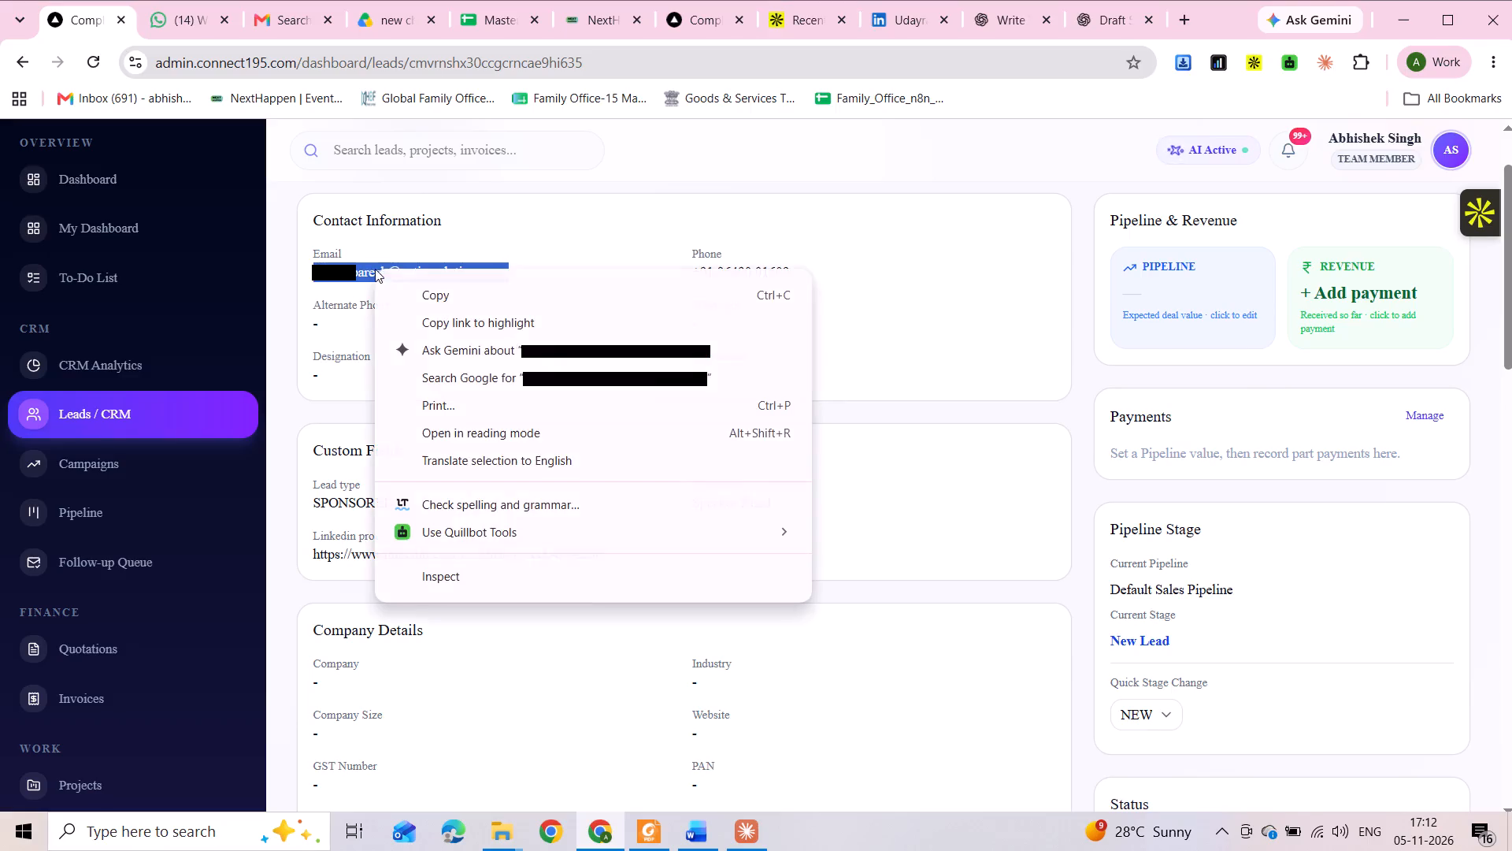
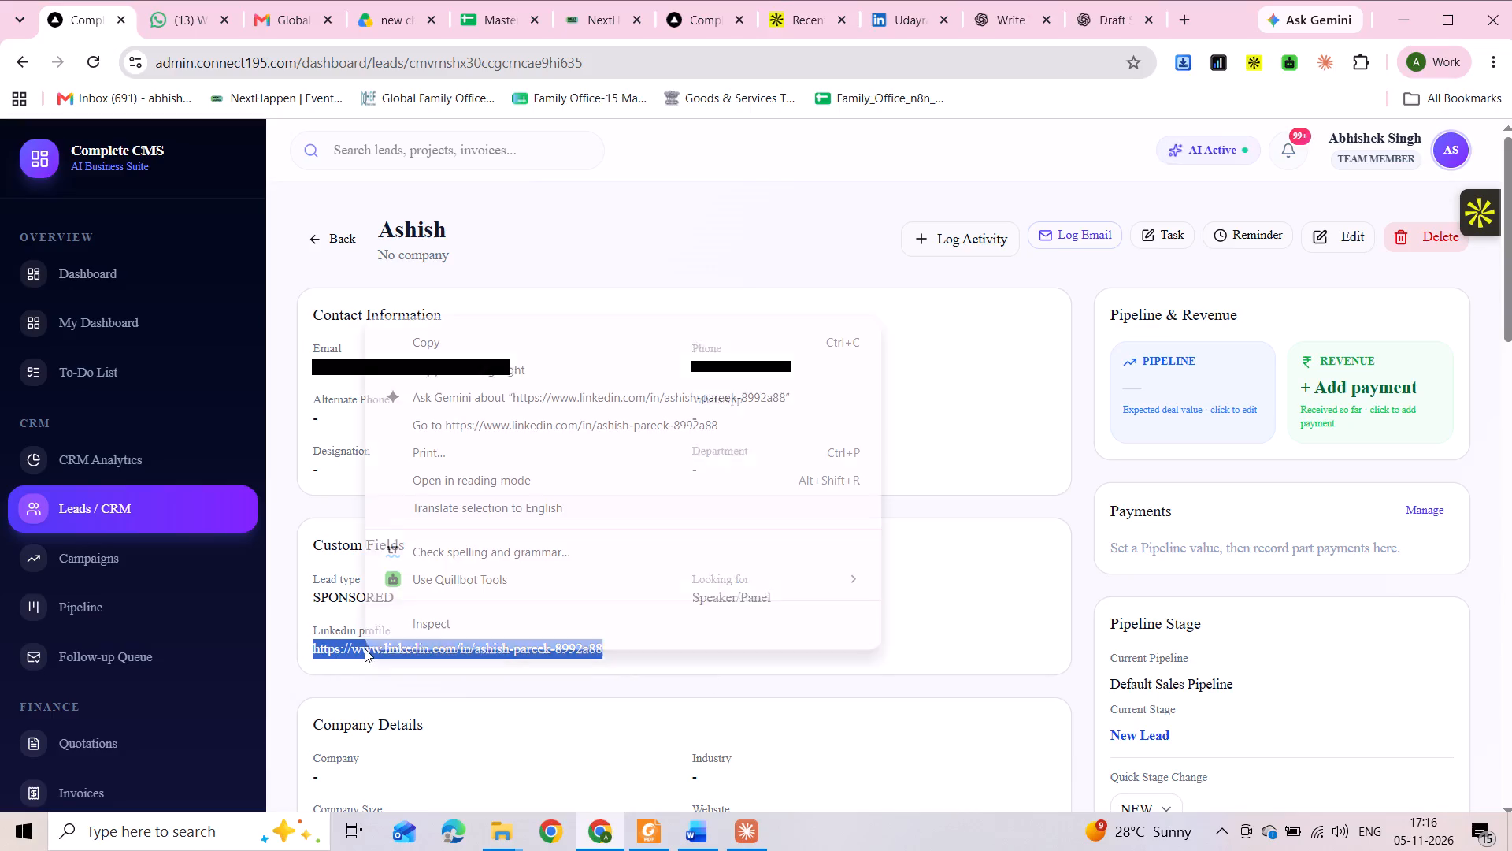
Copy the LinkedIn profile link from Ashish's lead record, open it in a new browser tab, and review his professional background.
click(432, 342)
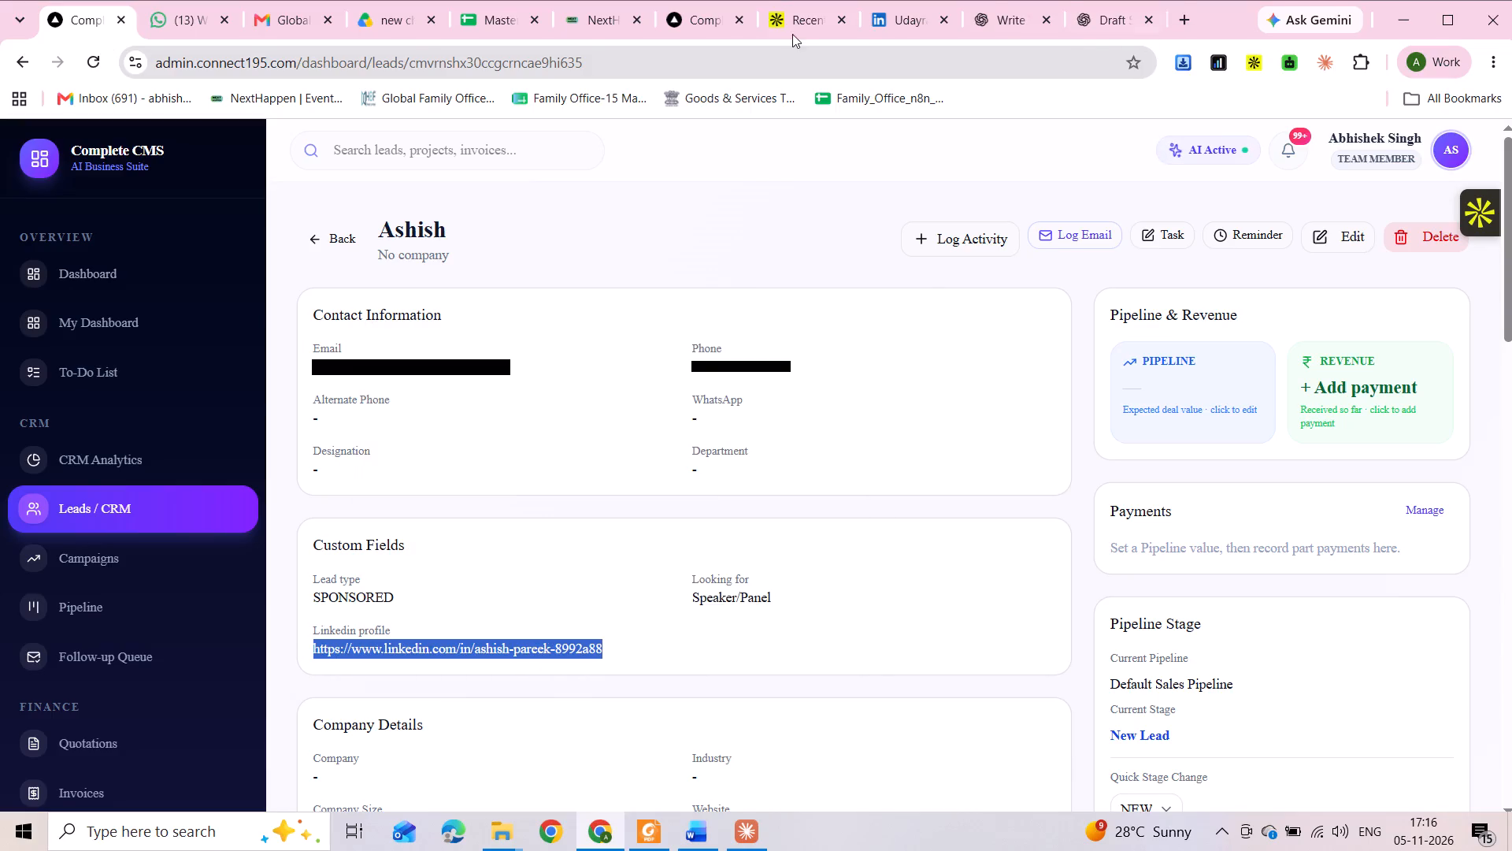
click(1182, 20)
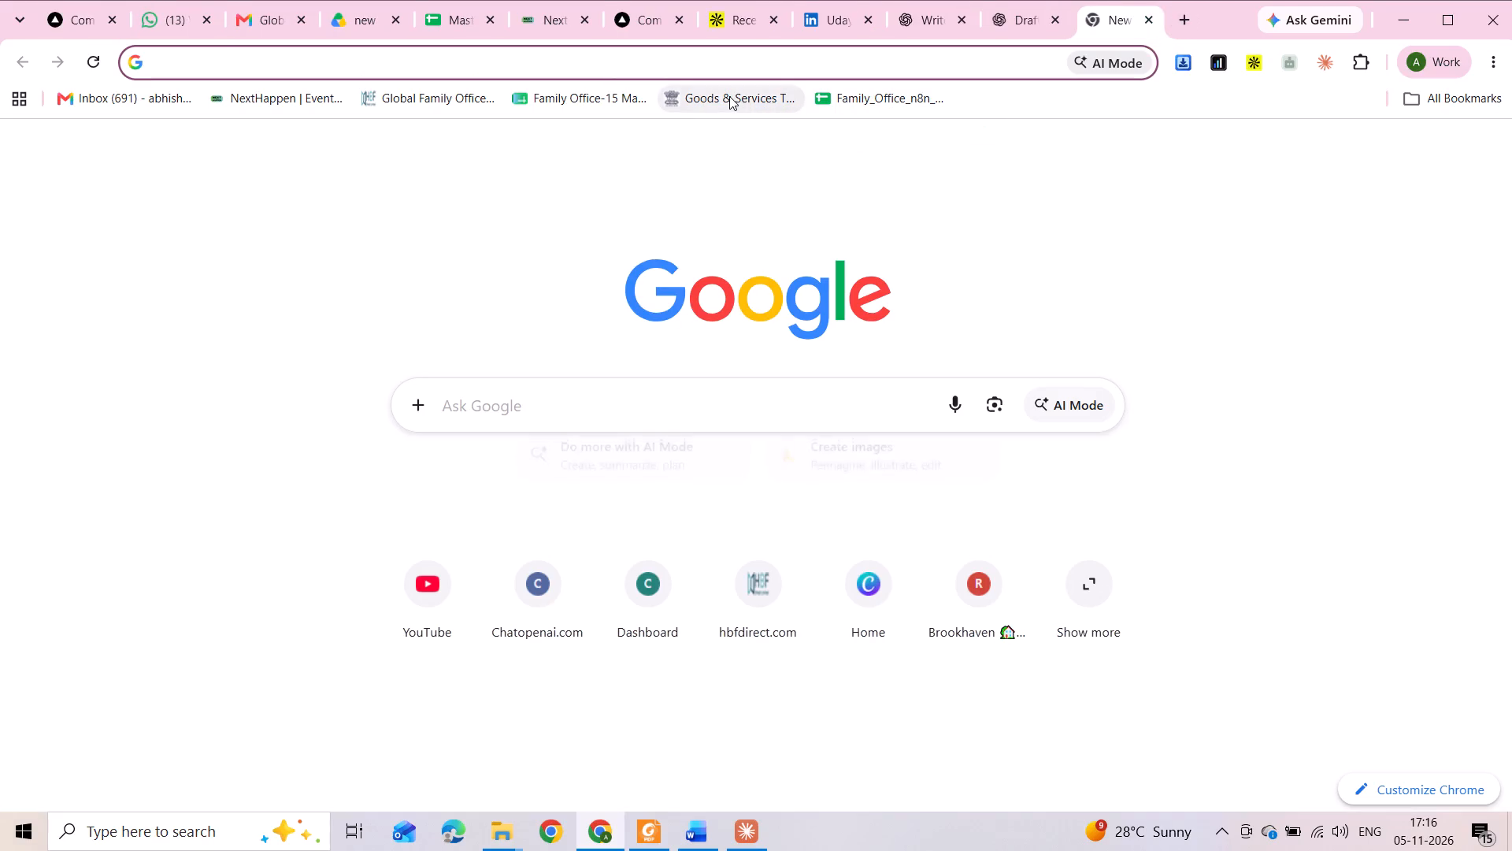
key(ctrl+v)
key(Return)
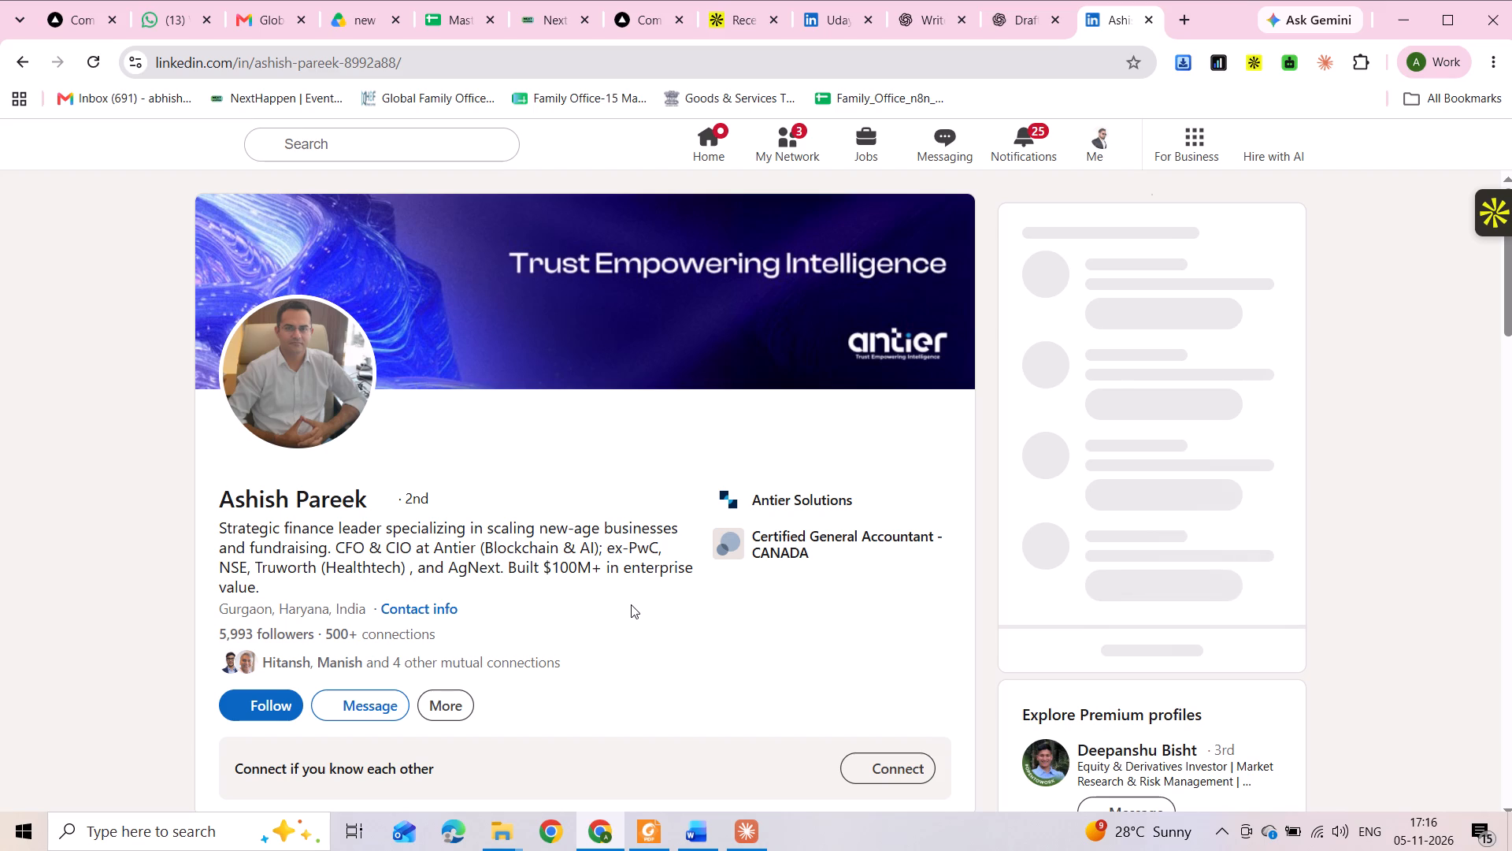
scroll(631, 604, down, 2)
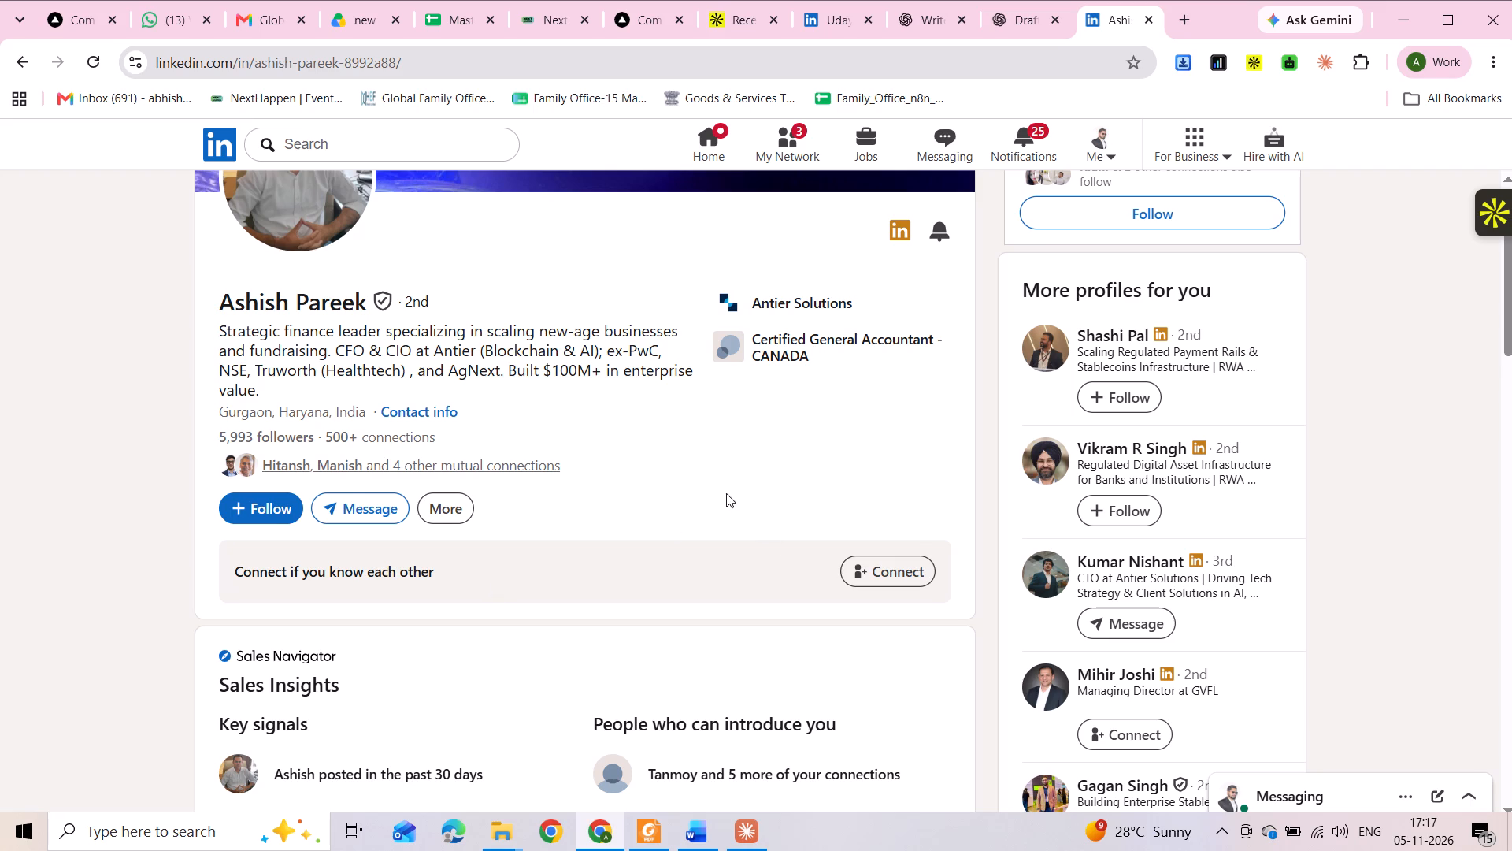
scroll(684, 395, up, 1)
scroll(675, 491, up, 3)
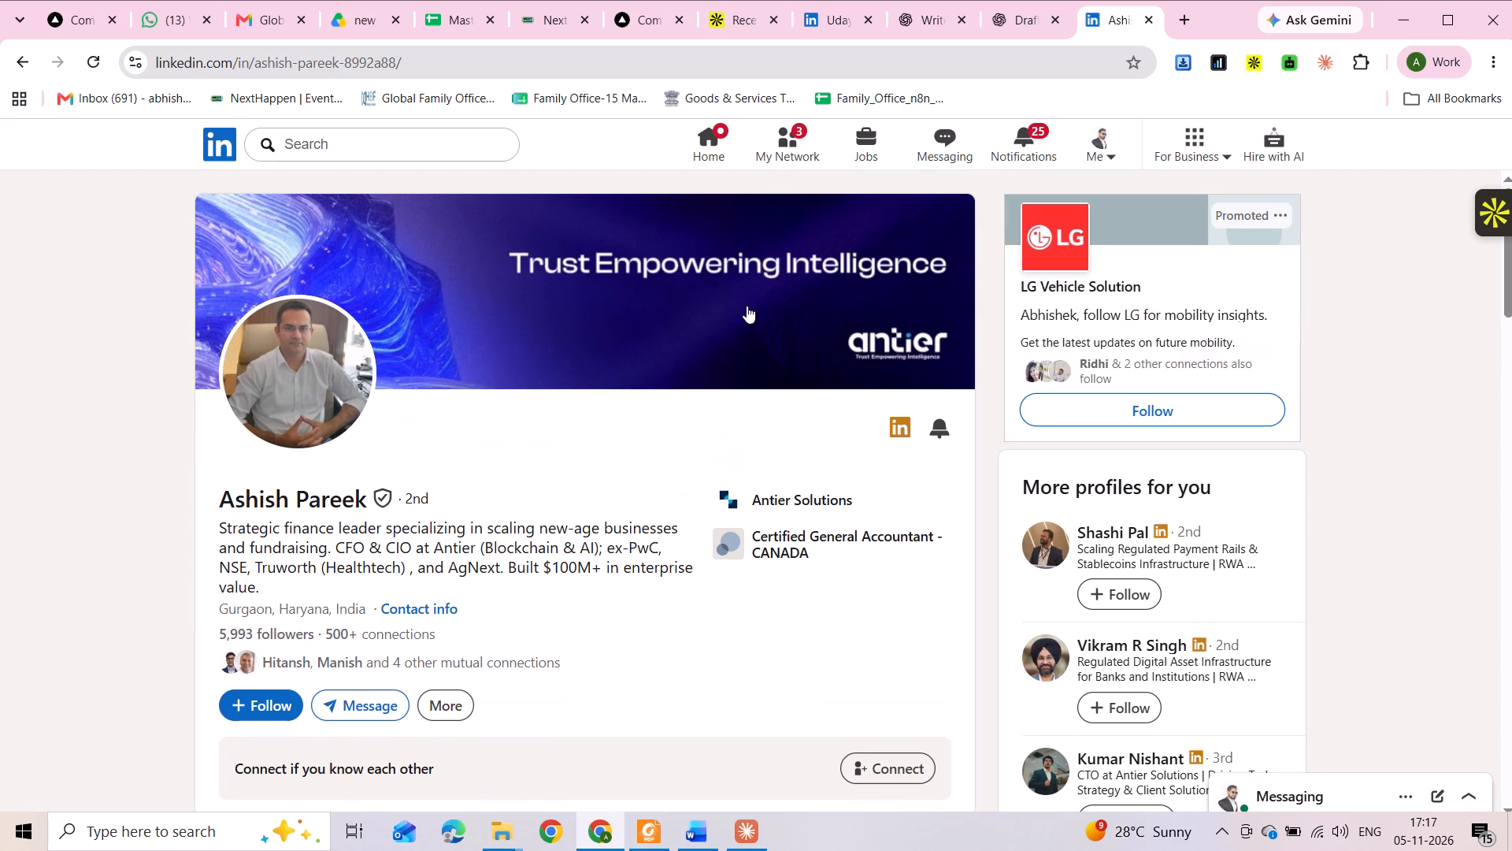
scroll(677, 425, down, 8)
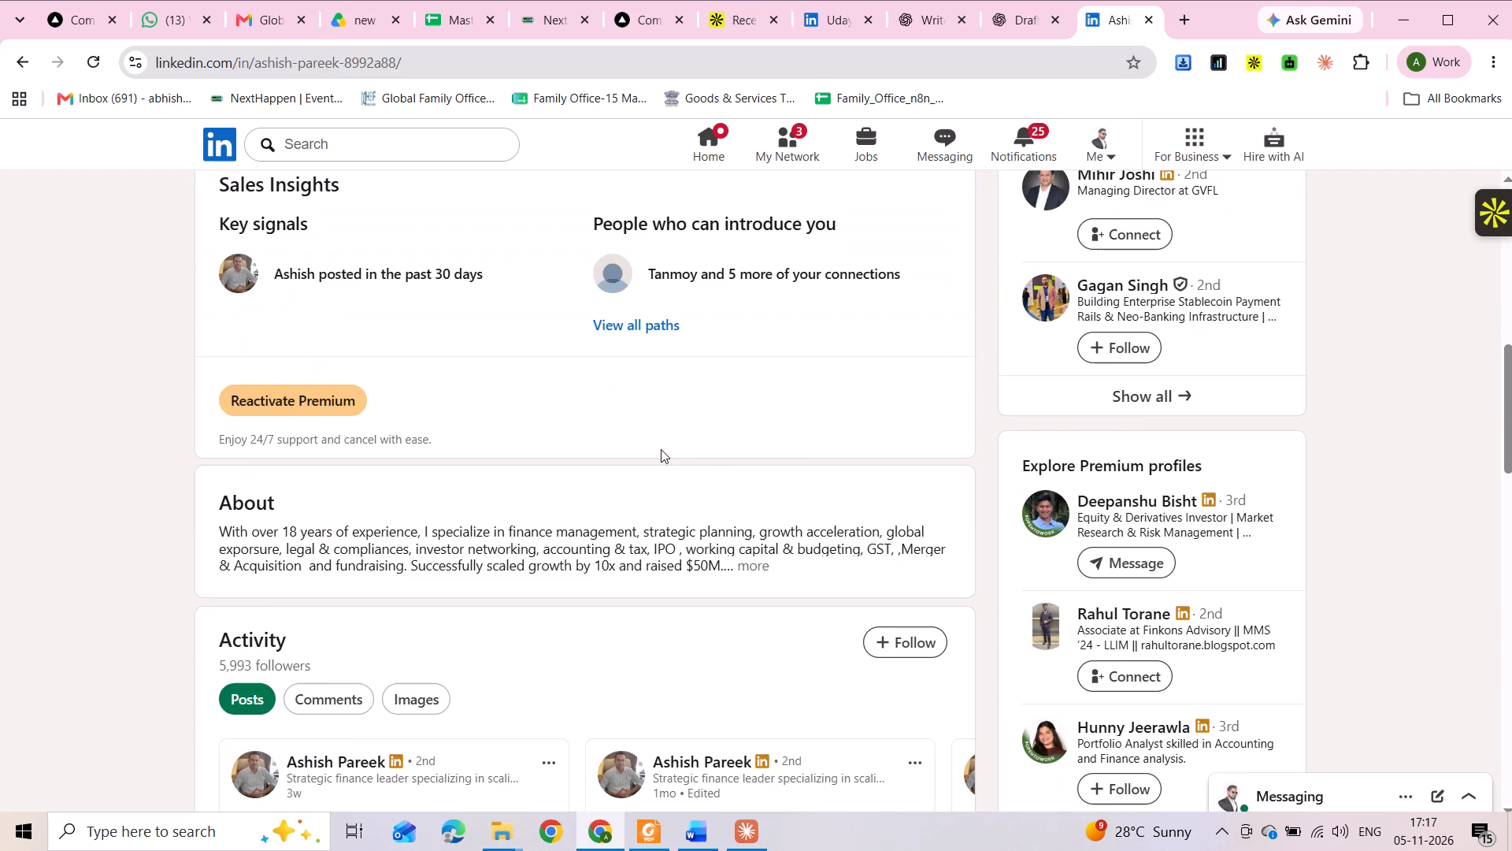